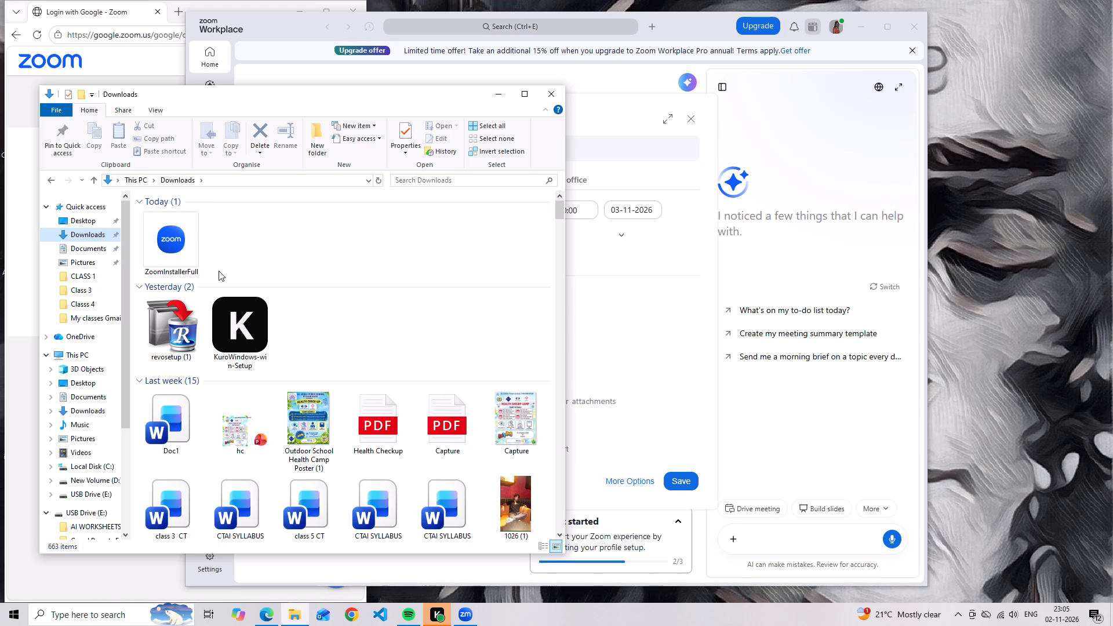
# Find and open the My classes Gmail ids folder among last month's items in Downloads.
pyautogui.scroll(-2, 242, 317)
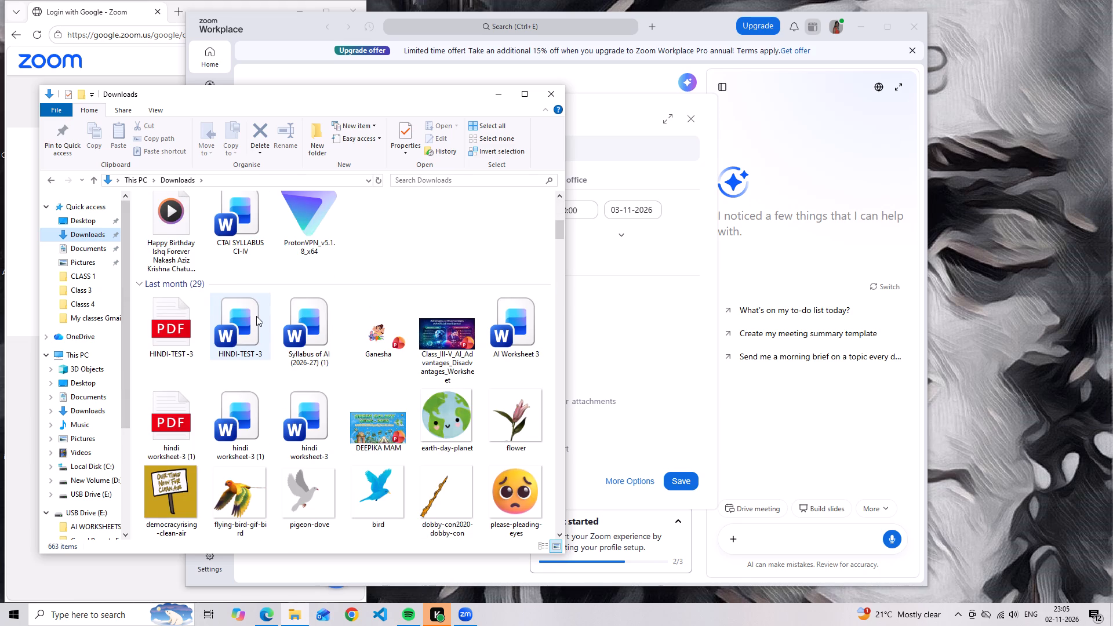
pyautogui.scroll(-3, 256, 316)
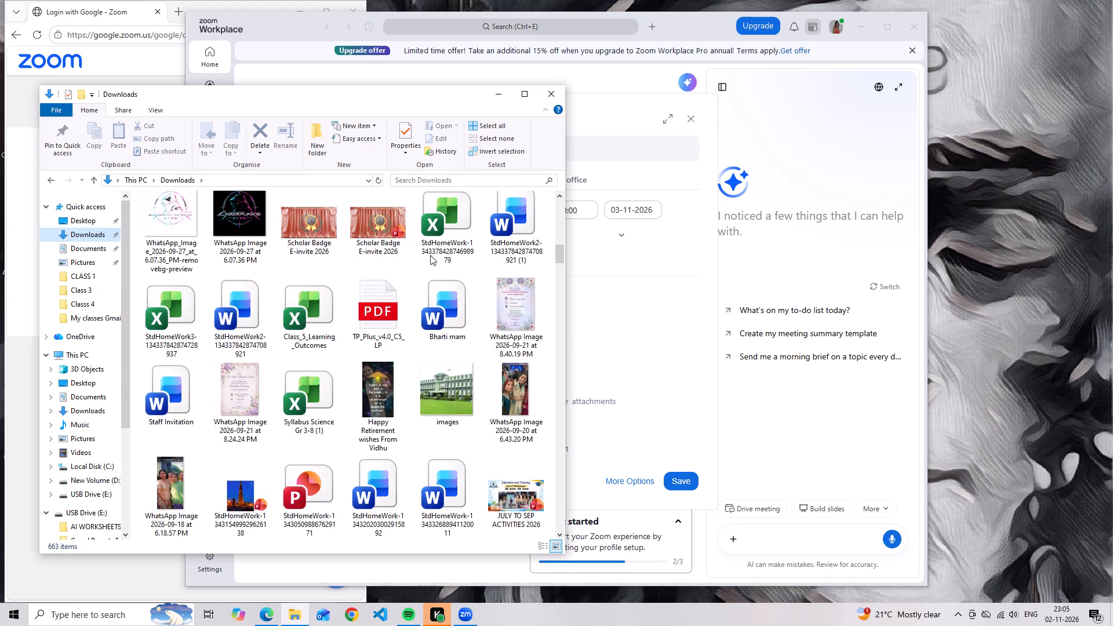
pyautogui.scroll(2, 447, 244)
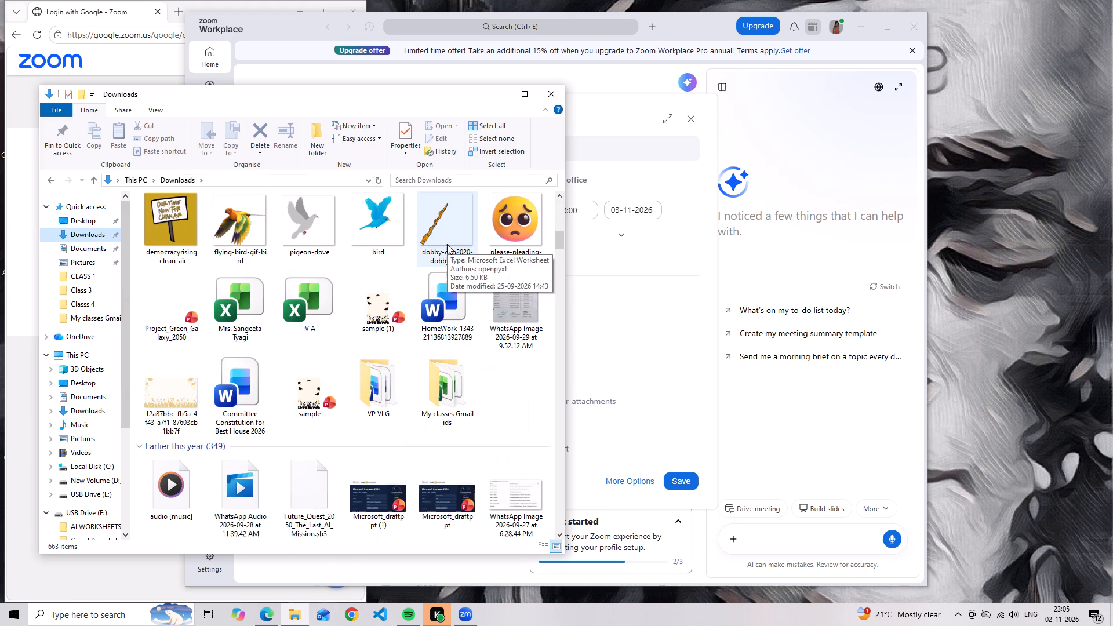
pyautogui.scroll(3, 447, 248)
pyautogui.scroll(-2, 448, 255)
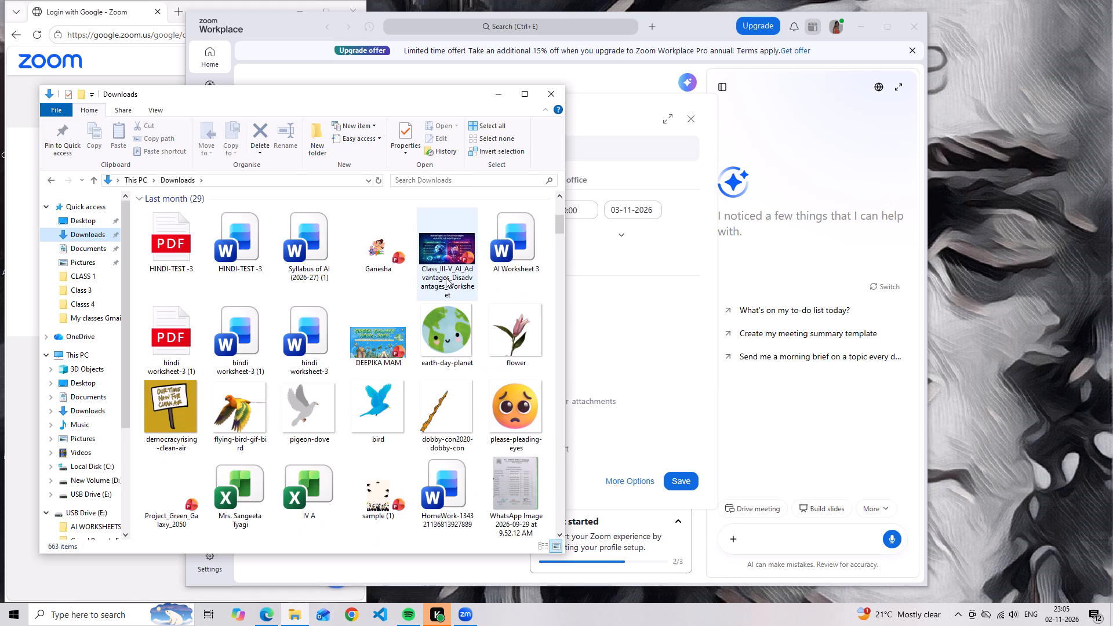
pyautogui.scroll(-1, 443, 292)
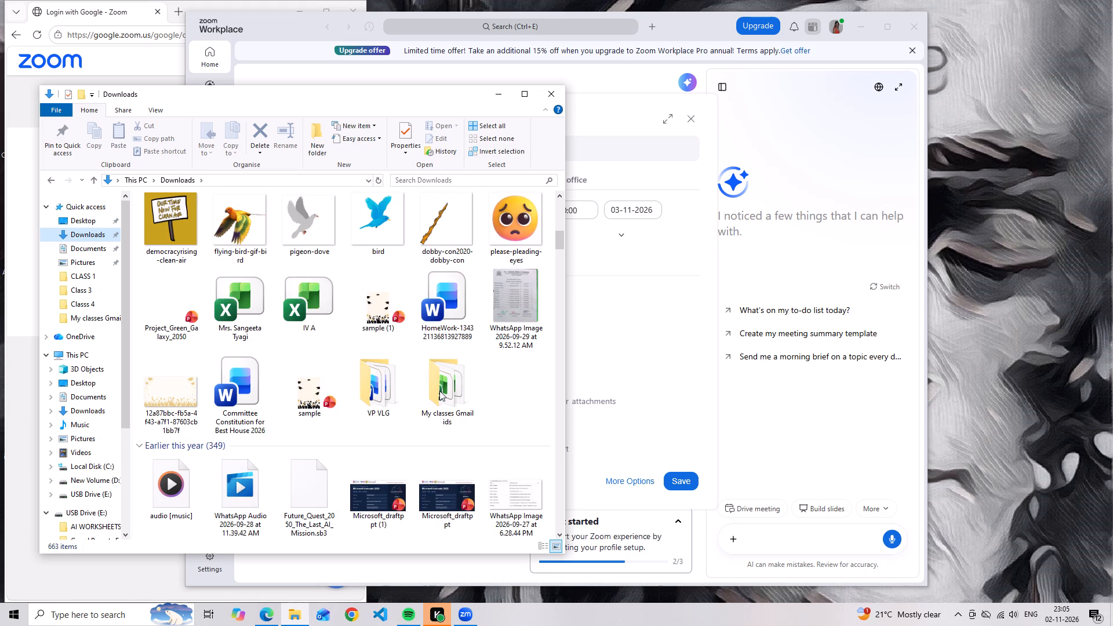
pyautogui.doubleClick(439, 391)
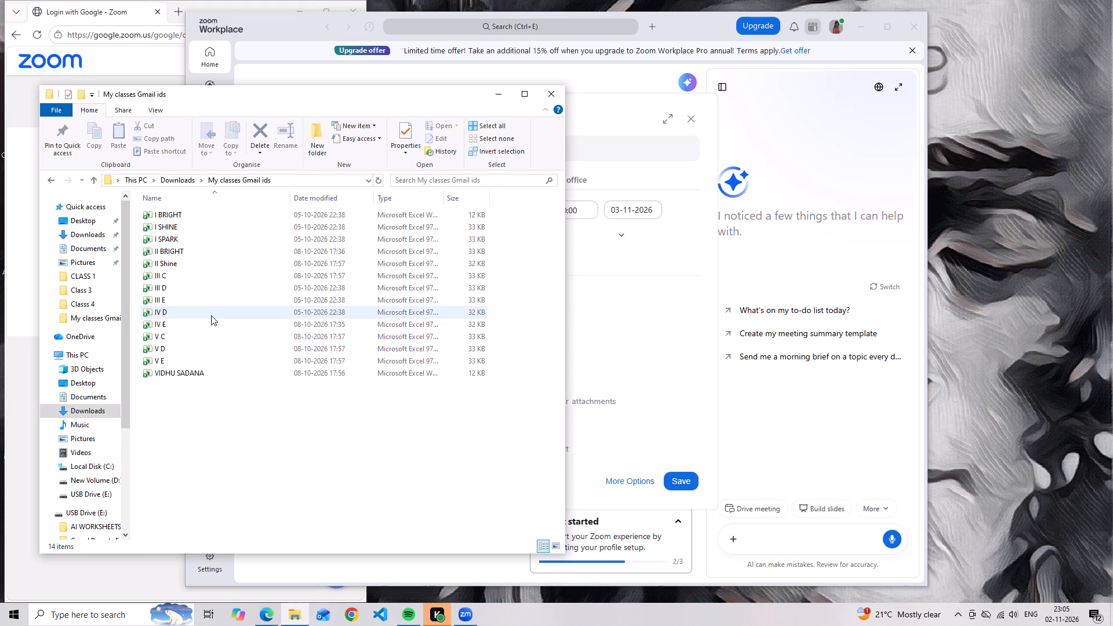
# Open the workbook named after the teacher, listed below the class workbooks, and enable it for editing.
pyautogui.doubleClick(172, 373)
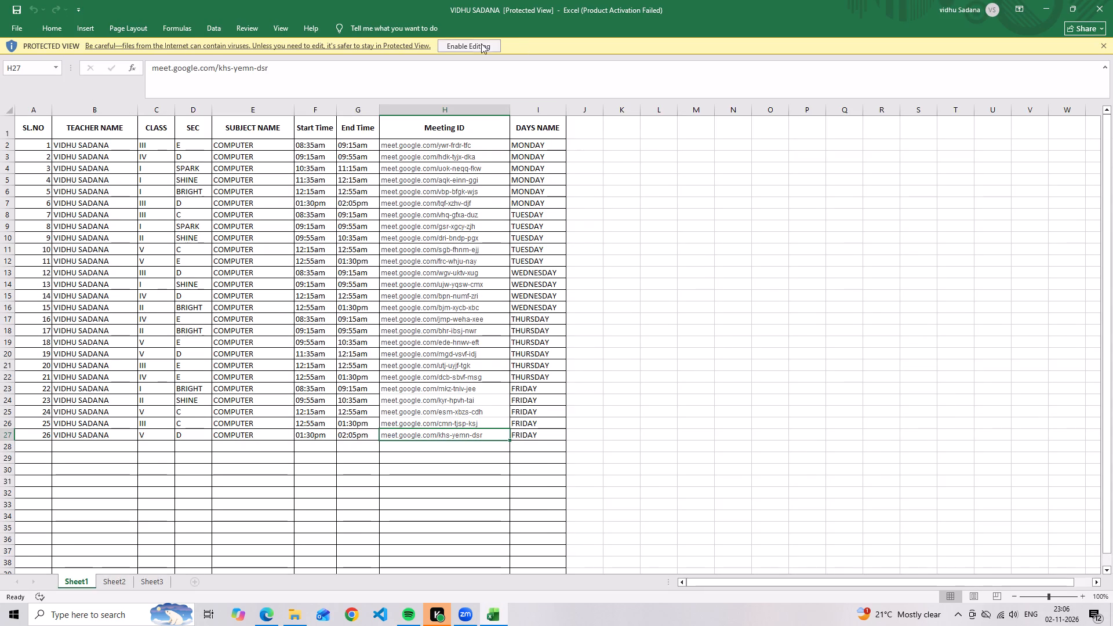
pyautogui.click(463, 47)
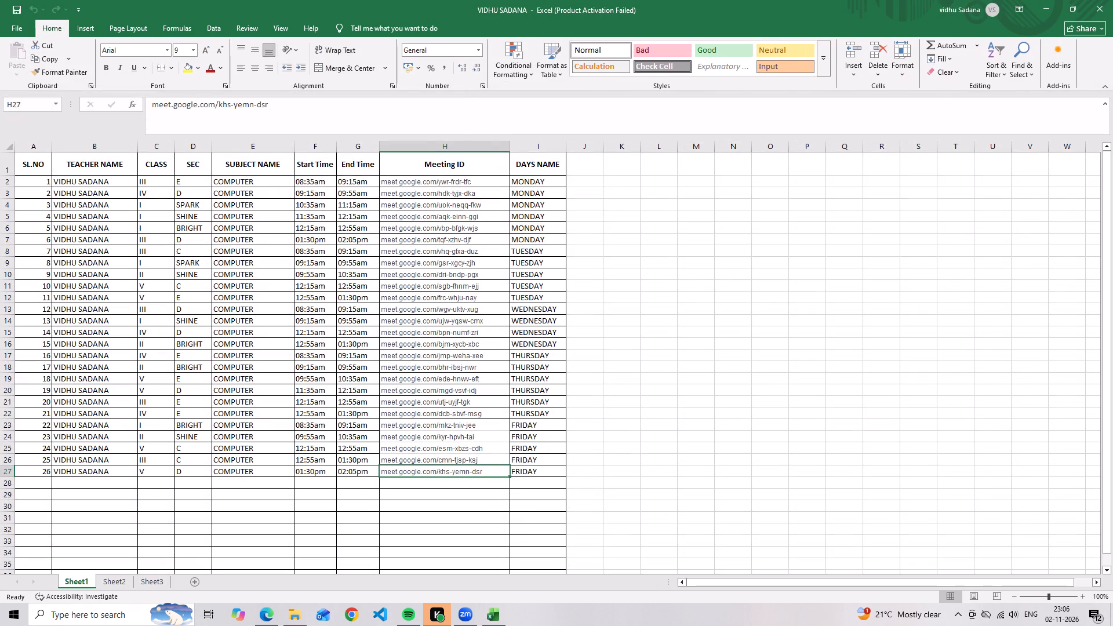
# Clear all contents and formatting from the Meeting ID column cells H2 through H32 on Sheet1.
pyautogui.click(448, 181)
pyautogui.click(690, 177)
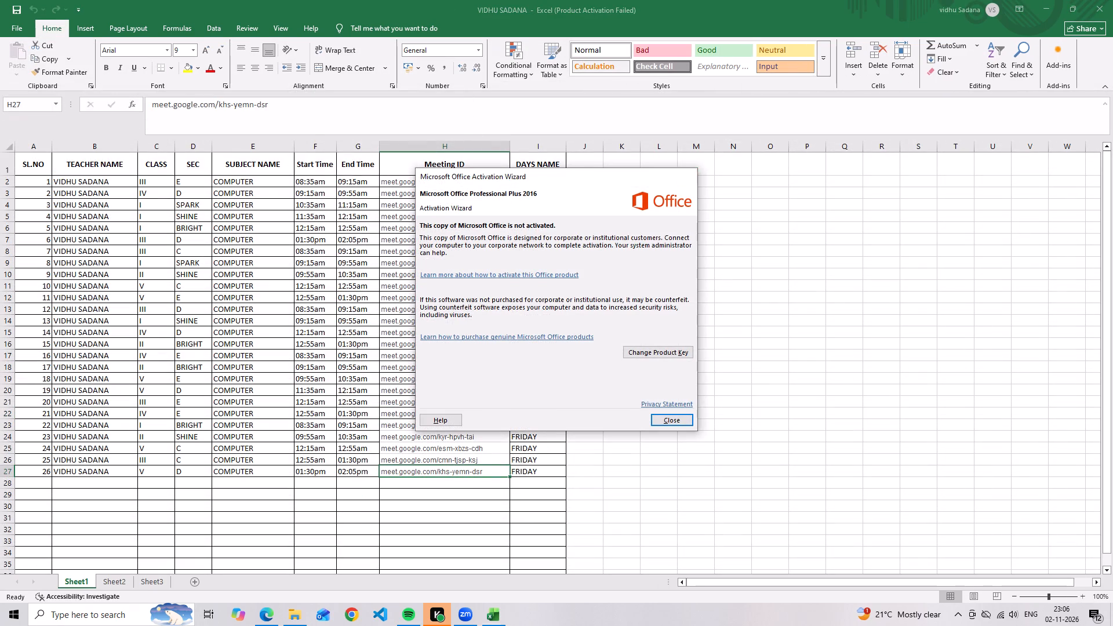
pyautogui.moveTo(457, 183); pyautogui.dragTo(447, 253)
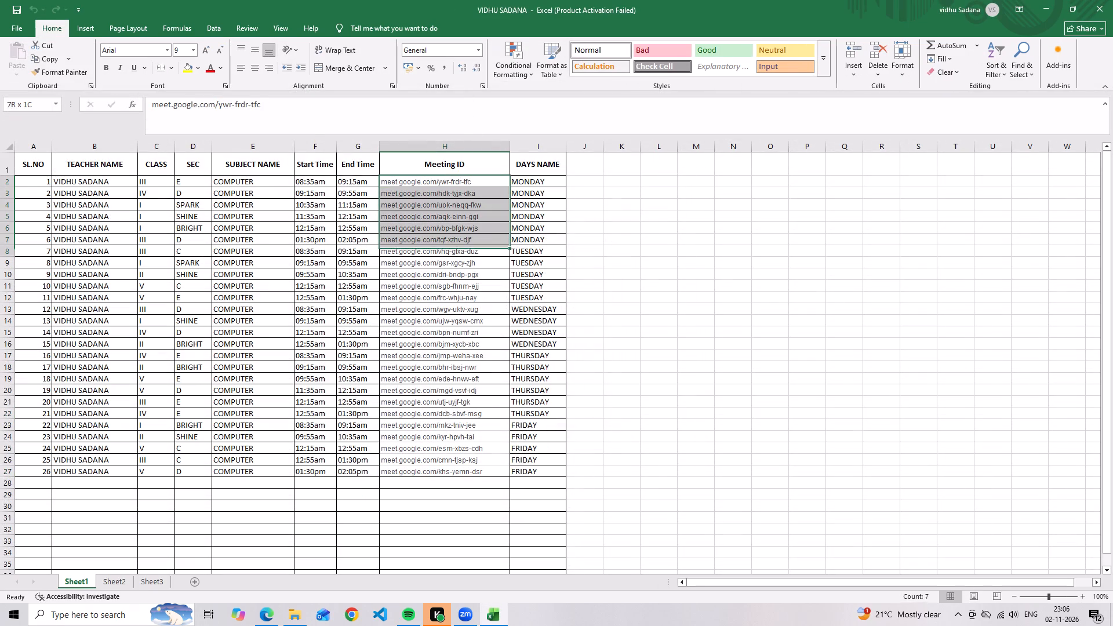
pyautogui.moveTo(447, 253); pyautogui.dragTo(414, 525)
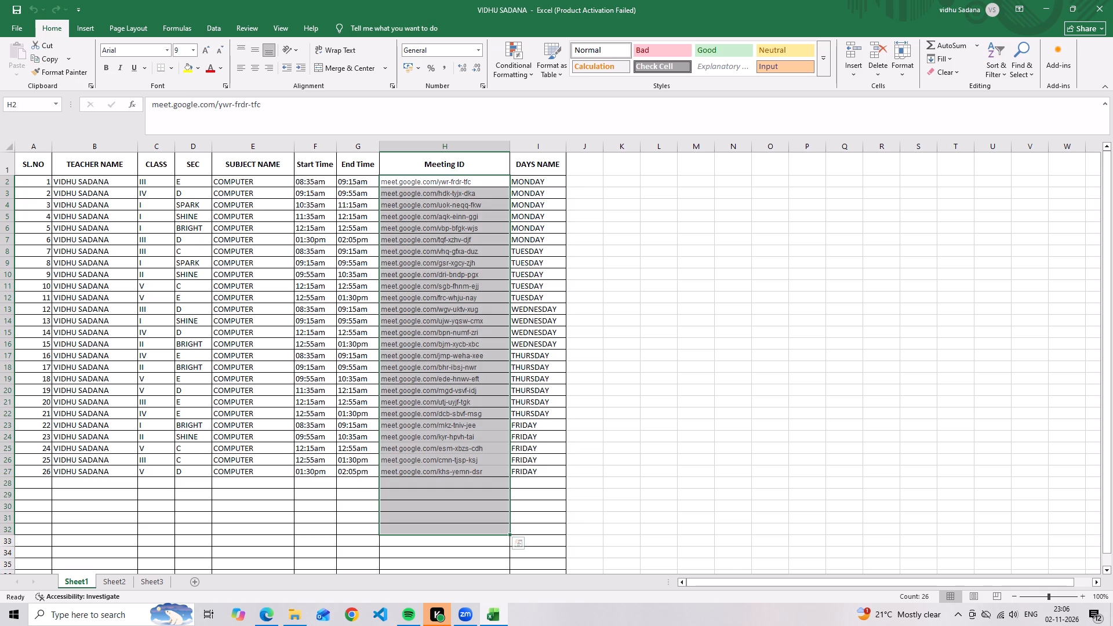
pyautogui.click(945, 68)
pyautogui.click(947, 90)
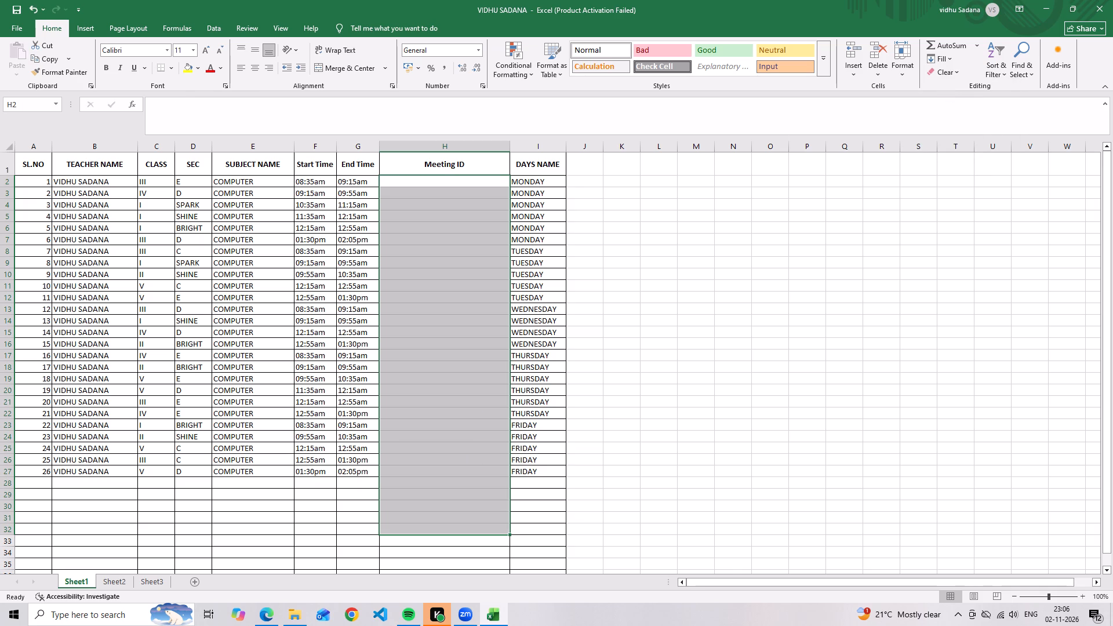
pyautogui.click(670, 225)
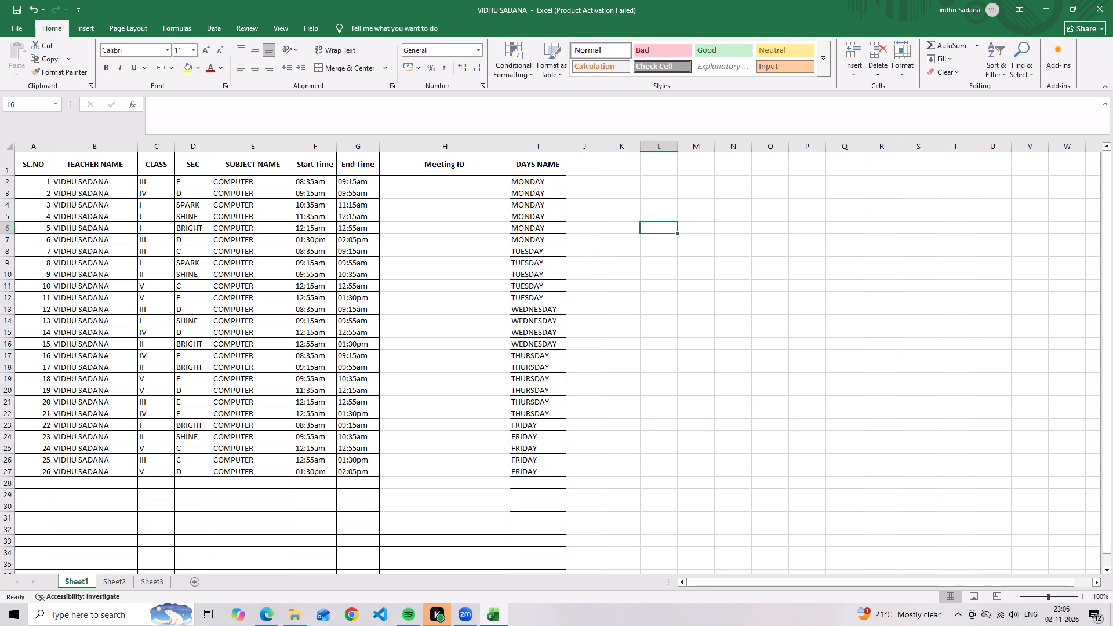
# Select the Start Time and End Time cells F2:G2 of the first timetable entry.
pyautogui.moveTo(322, 181); pyautogui.dragTo(357, 181)
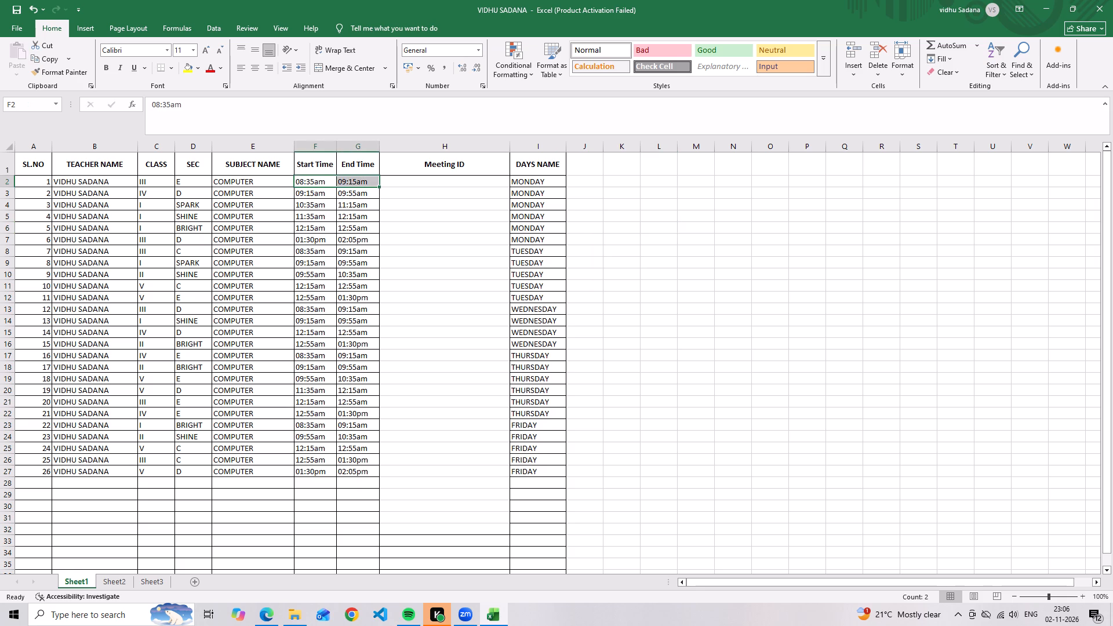
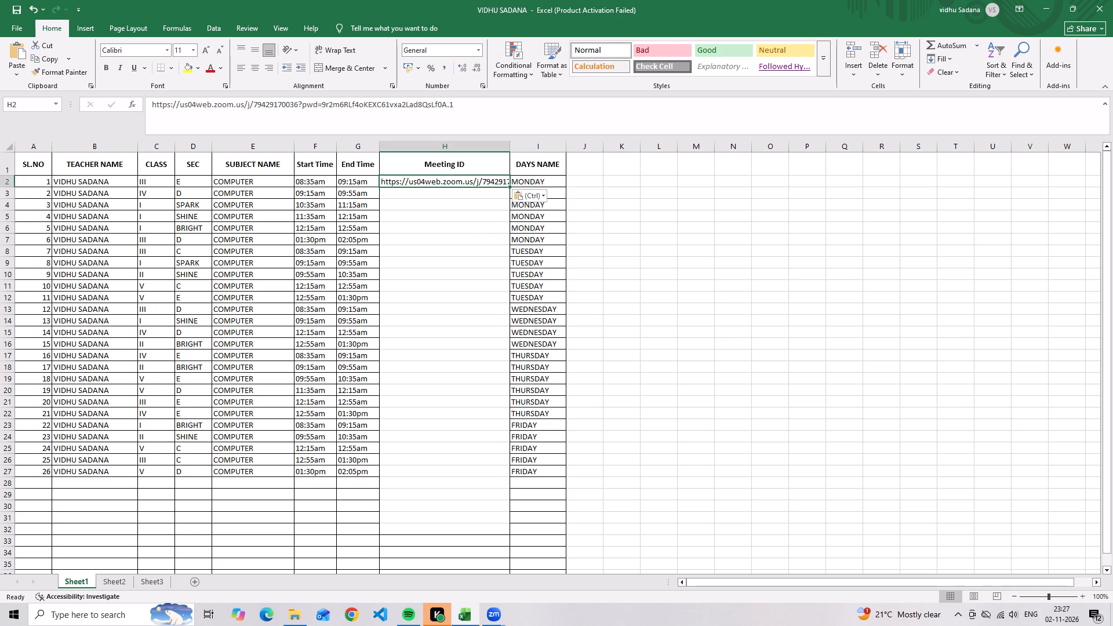
pyautogui.moveTo(509, 148); pyautogui.dragTo(597, 144)
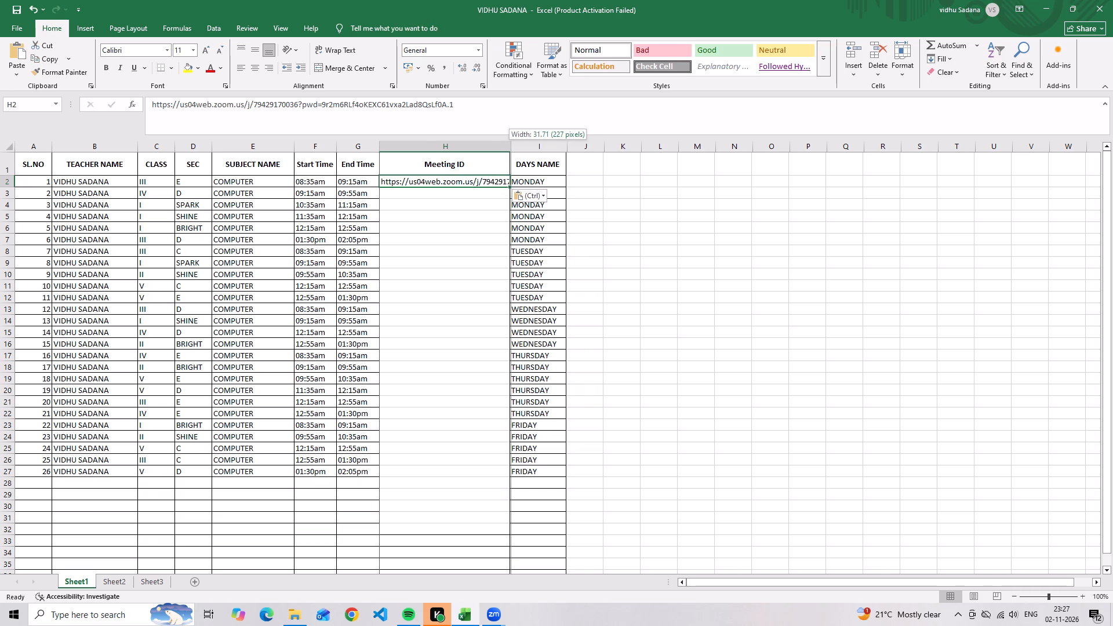
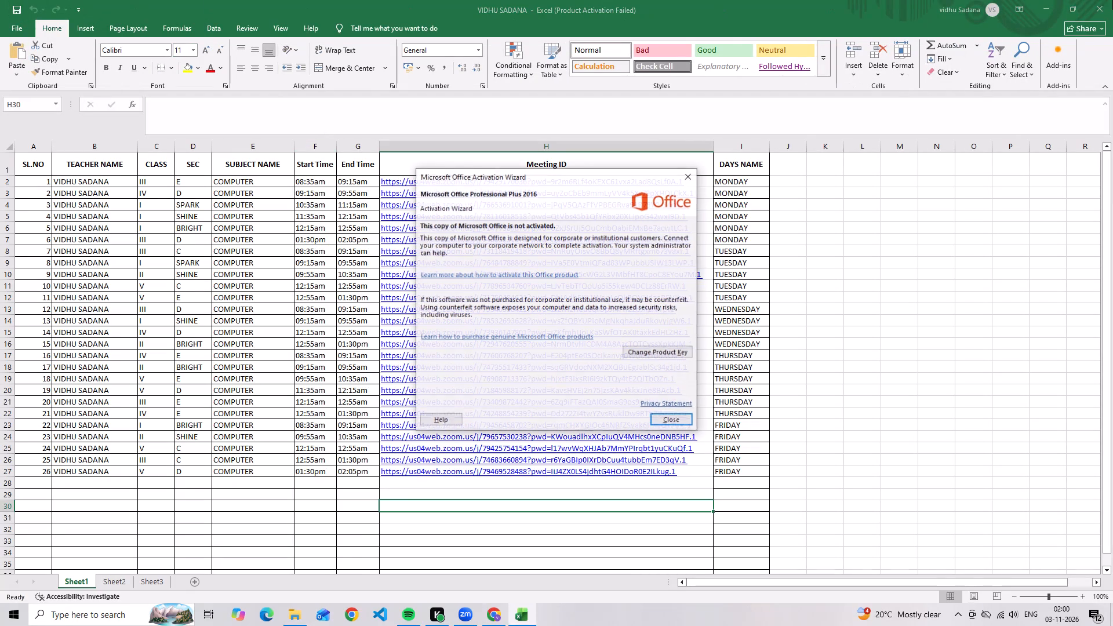
pyautogui.click(690, 176)
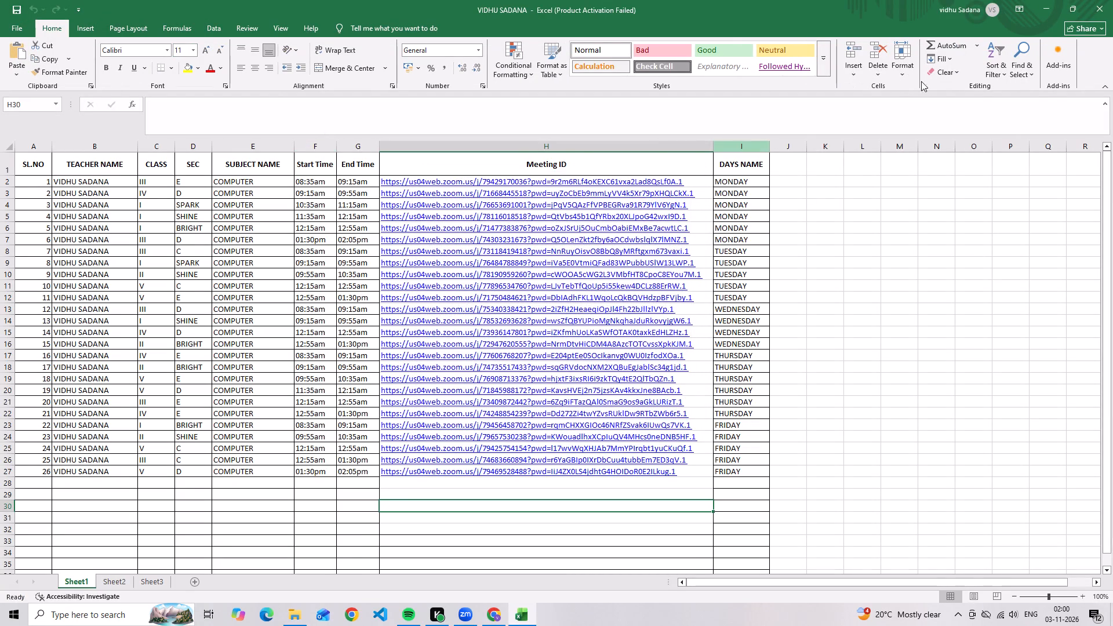
pyautogui.click(1112, 0)
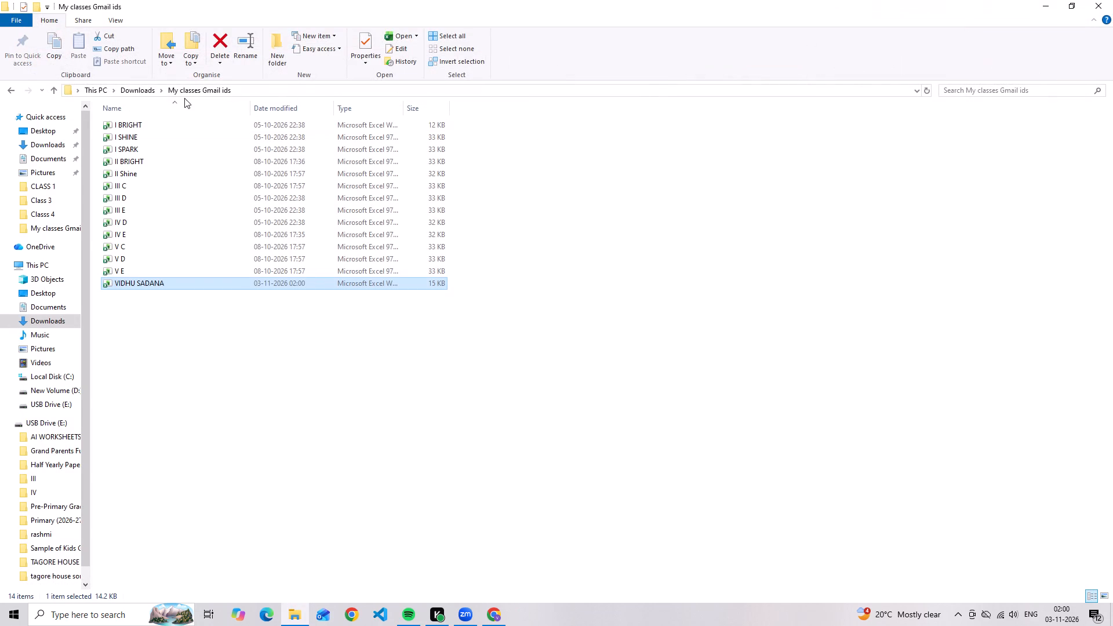